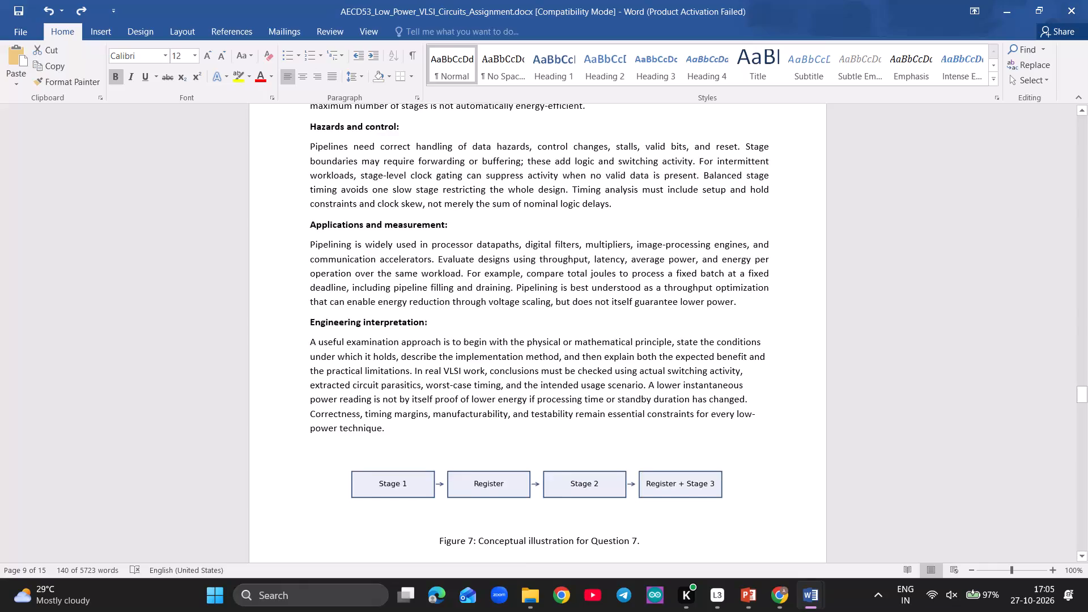
# Add the headings of questions 8, 9 and 10 to the selection and colour the selected question headings dark blue.
pyautogui.scroll(-2, 284, 443)
pyautogui.keyDown('ctrl'); pyautogui.moveTo(282, 378); pyautogui.dragTo(288, 402); pyautogui.keyUp('ctrl')
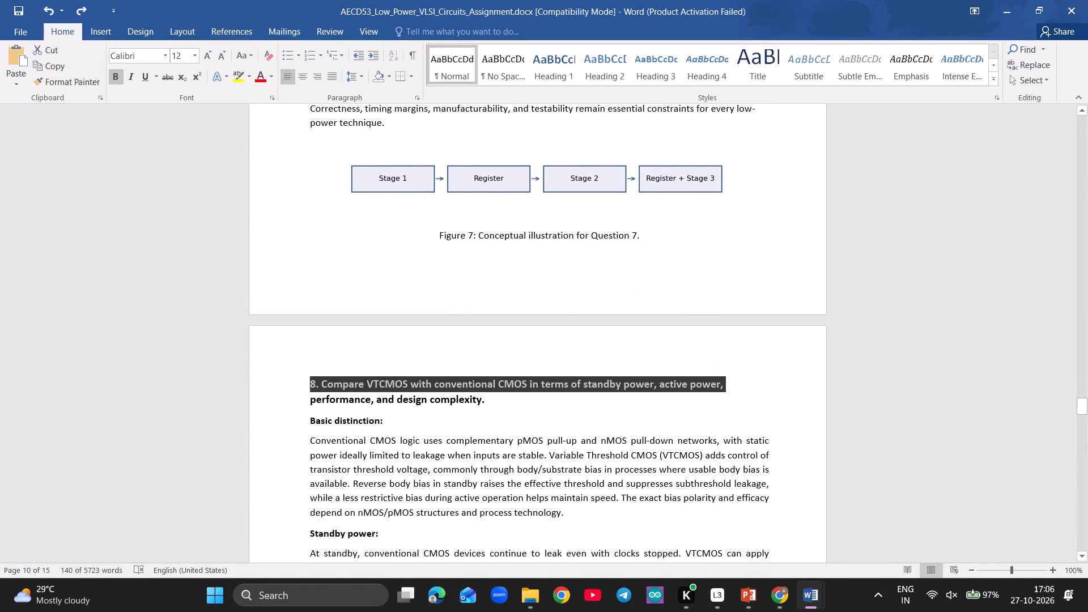
pyautogui.keyDown('ctrl'); pyautogui.moveTo(288, 402); pyautogui.dragTo(288, 401); pyautogui.keyUp('ctrl')
pyautogui.scroll(-5, 288, 401)
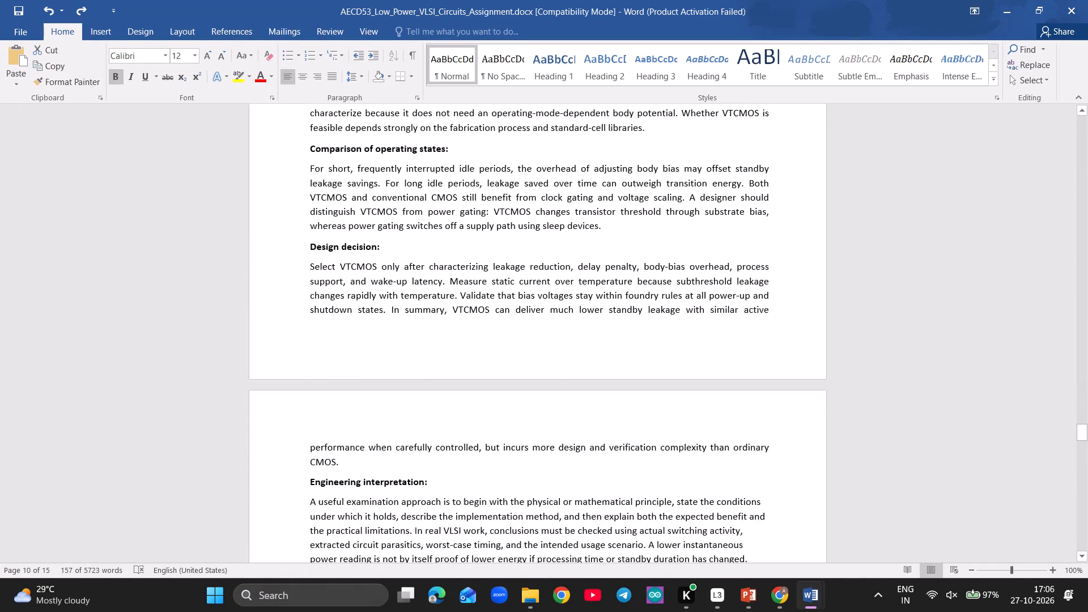
pyautogui.scroll(-3, 288, 401)
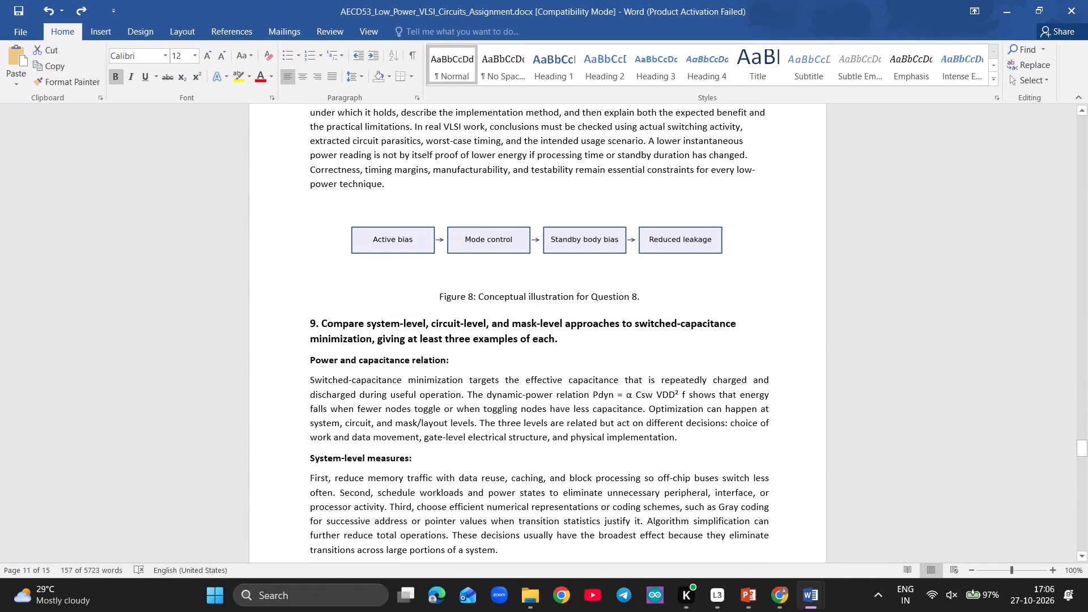
pyautogui.keyDown('ctrl'); pyautogui.moveTo(286, 319); pyautogui.dragTo(288, 339); pyautogui.keyUp('ctrl')
pyautogui.scroll(-2, 288, 339)
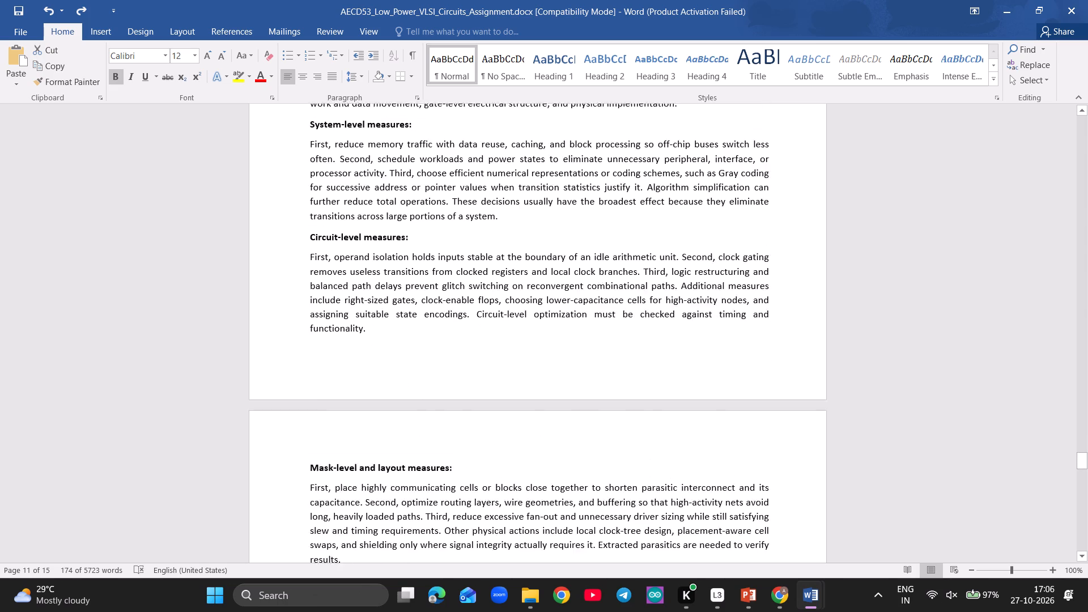
pyautogui.scroll(-5, 288, 339)
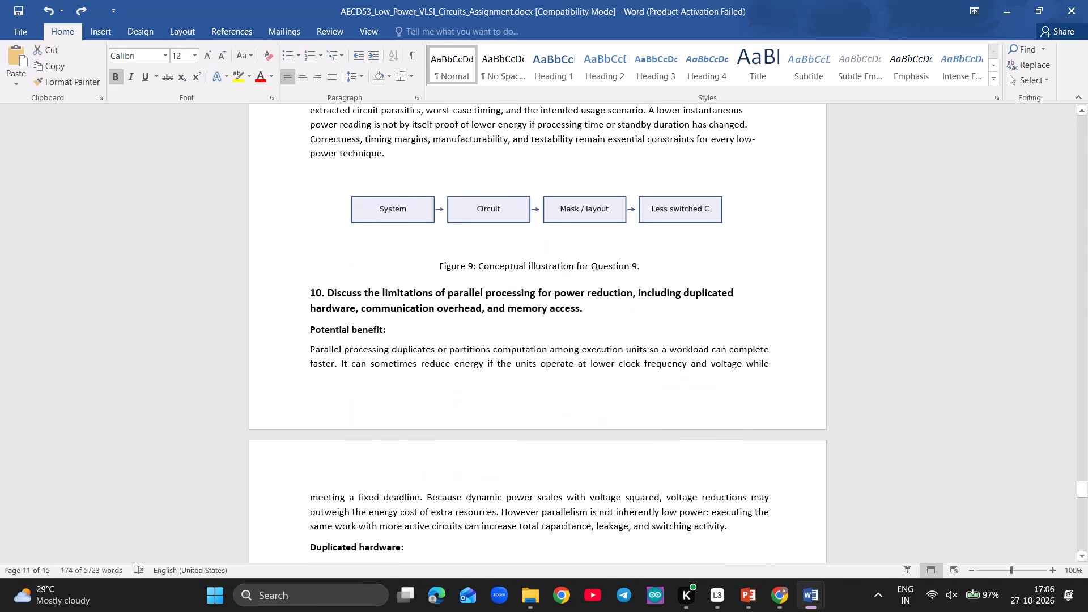
pyautogui.keyDown('ctrl'); pyautogui.moveTo(290, 293); pyautogui.dragTo(291, 307); pyautogui.keyUp('ctrl')
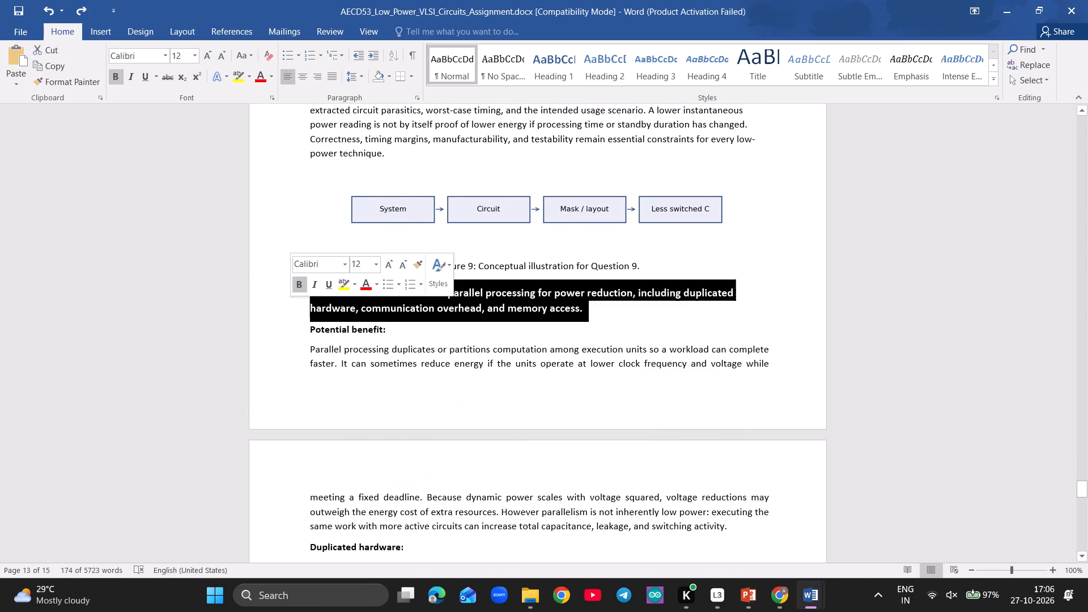
pyautogui.click(272, 79)
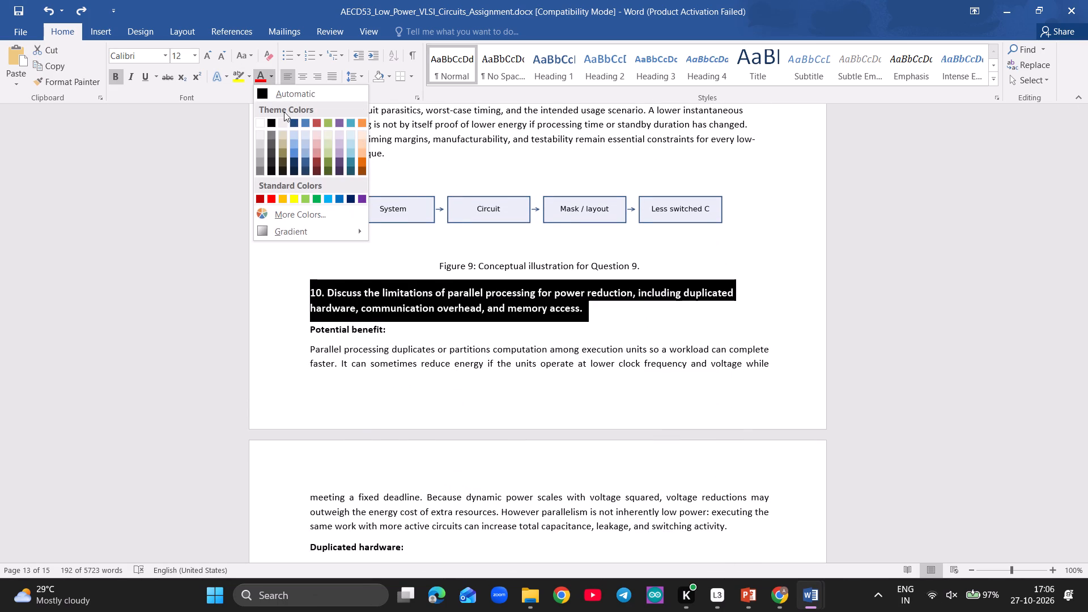
pyautogui.click(295, 123)
pyautogui.click(410, 283)
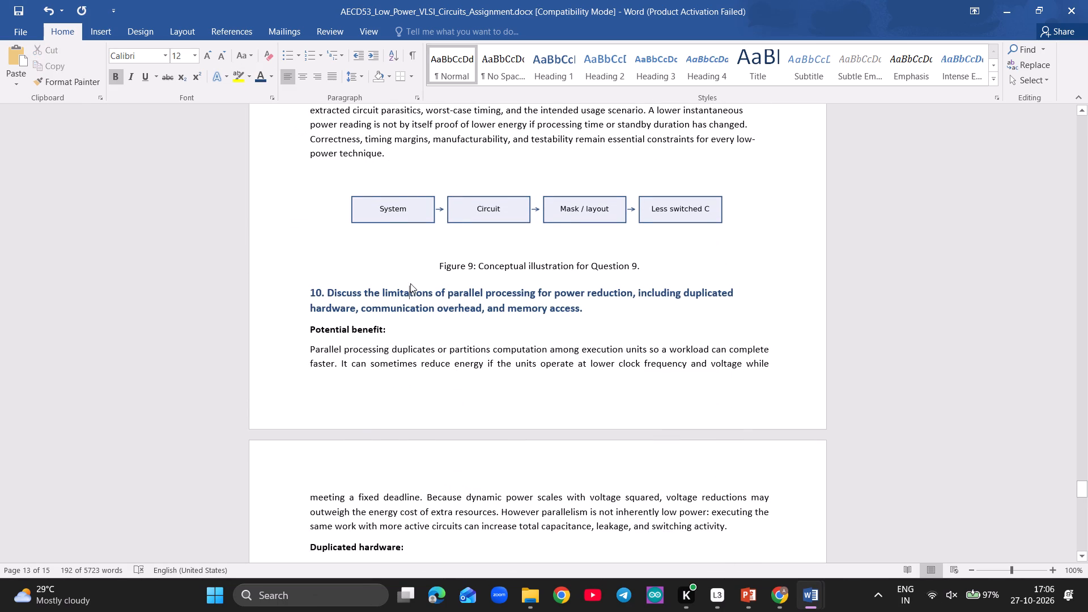
# Save the document as a PDF named C7_LPVC_ASSIGNMENT in the CEP FMV C7 folder and close the published PDF.
pyautogui.click(34, 27)
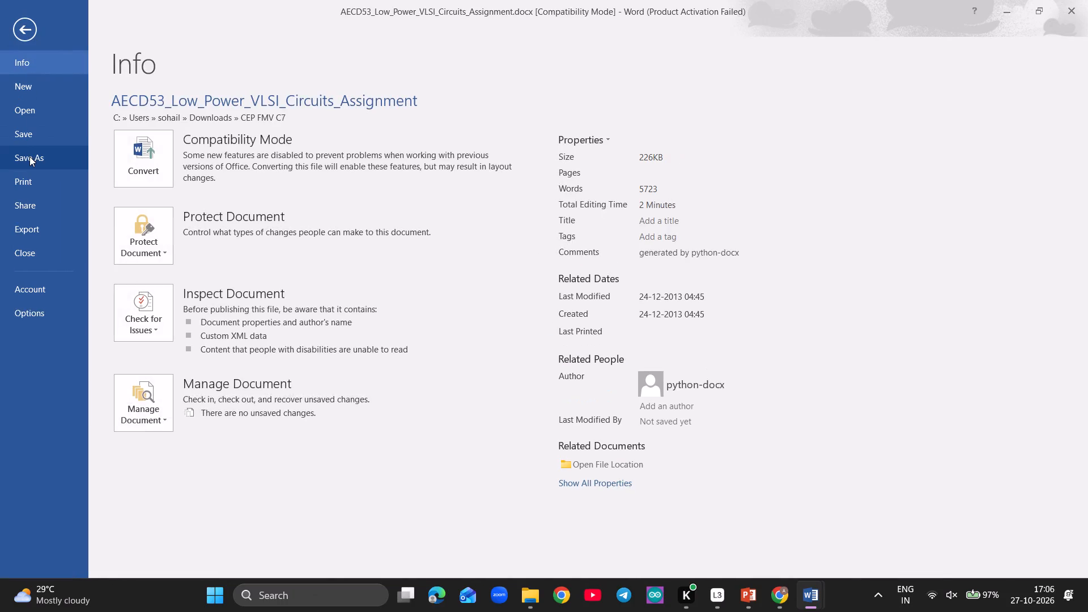
pyautogui.click(29, 156)
pyautogui.click(428, 146)
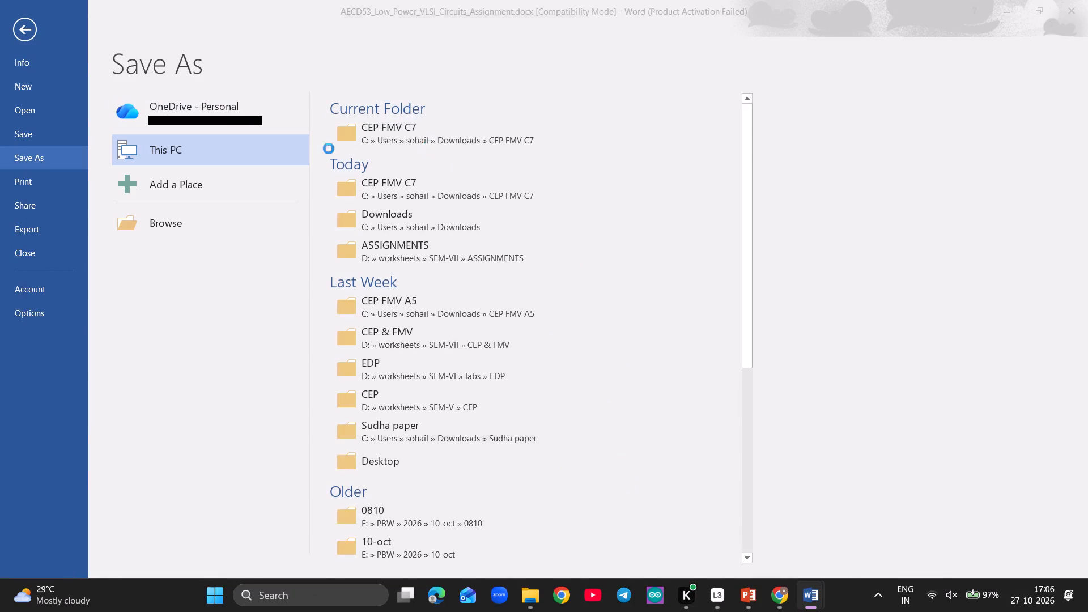
pyautogui.click(159, 330)
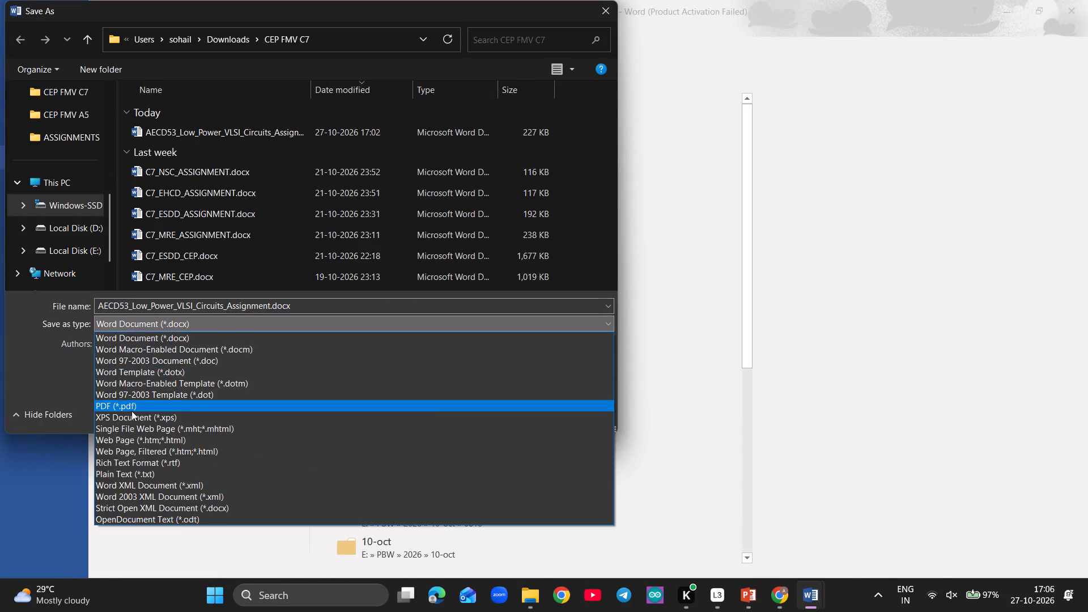
pyautogui.click(131, 411)
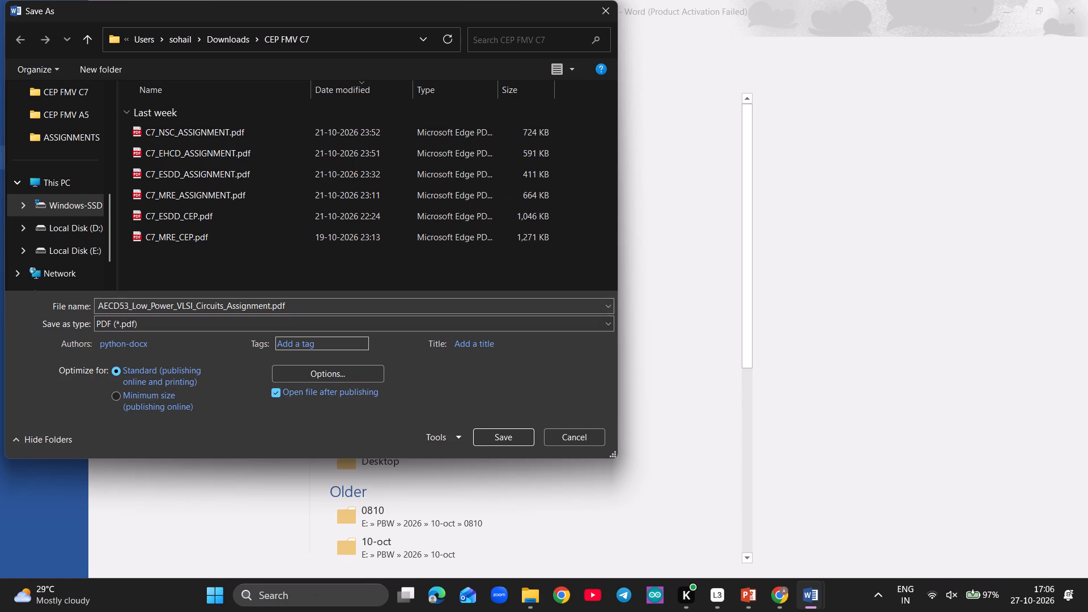
pyautogui.click(247, 136)
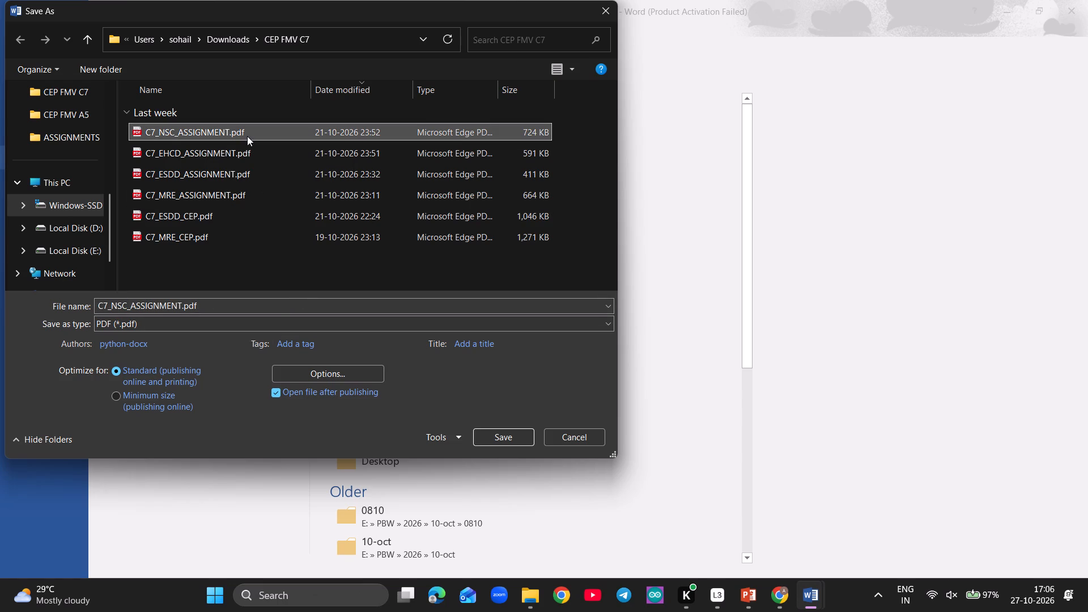
pyautogui.click(120, 304)
pyautogui.doubleClick(120, 304)
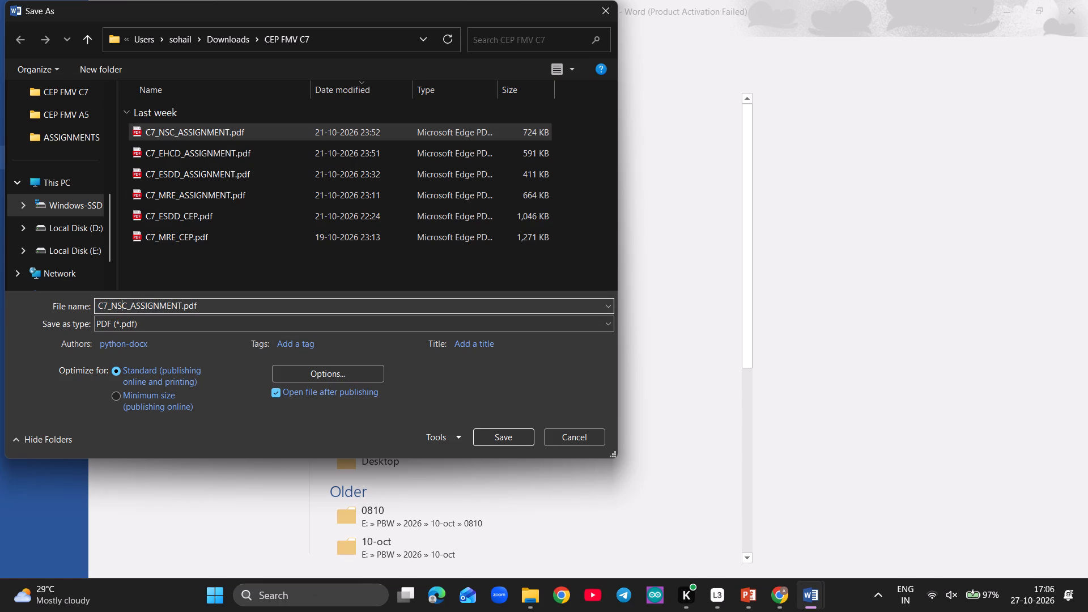
pyautogui.press('Delete')
pyautogui.press('BackSpace')
pyautogui.press('BackSpace')
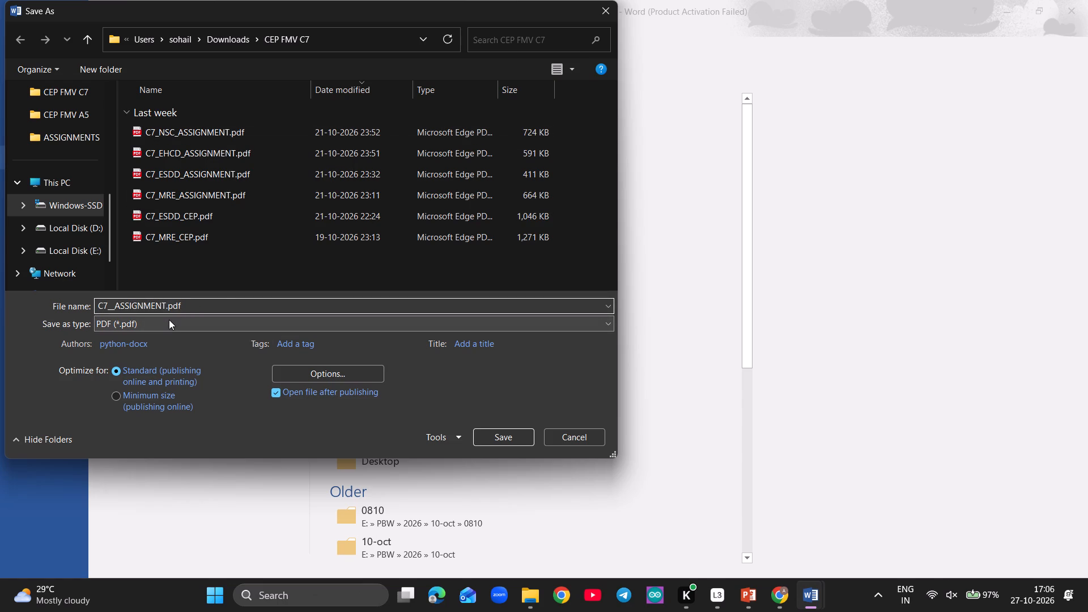
pyautogui.write('LP')
pyautogui.press('v')
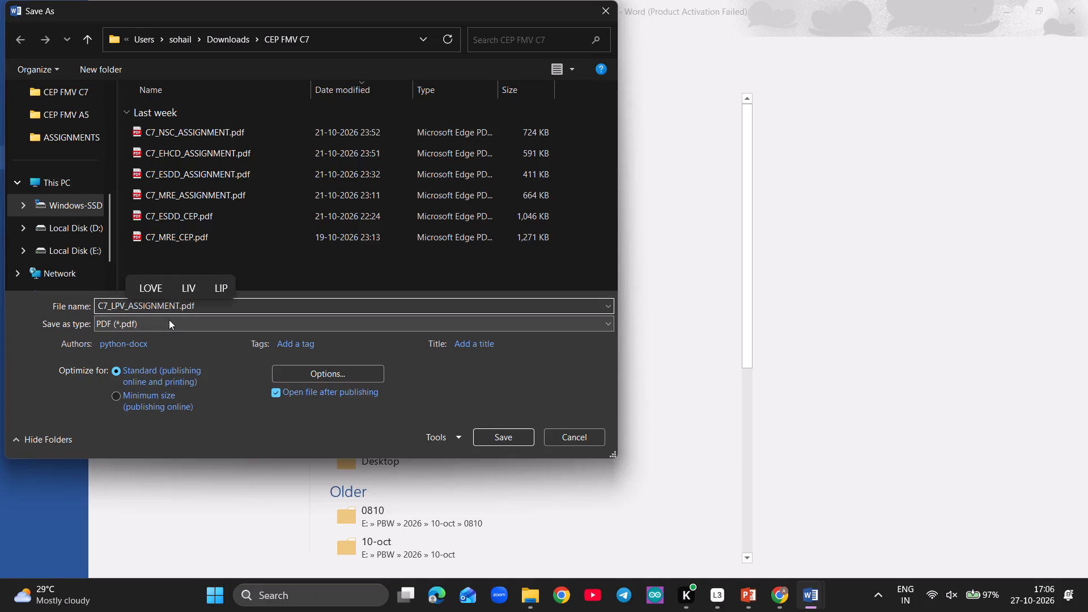
pyautogui.press('c')
pyautogui.click(503, 432)
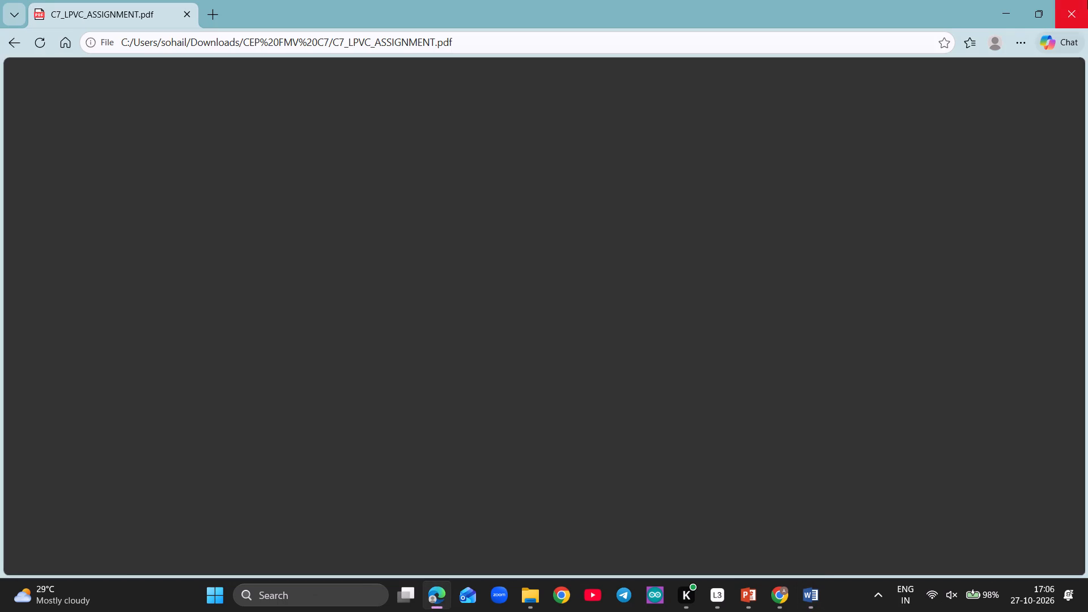
pyautogui.click(1087, 0)
# Close the AECD53 Low Power VLSI Circuits document, saving its changes, and close the C7_EHCD_ASSIGNMENT document.
pyautogui.click(1087, 0)
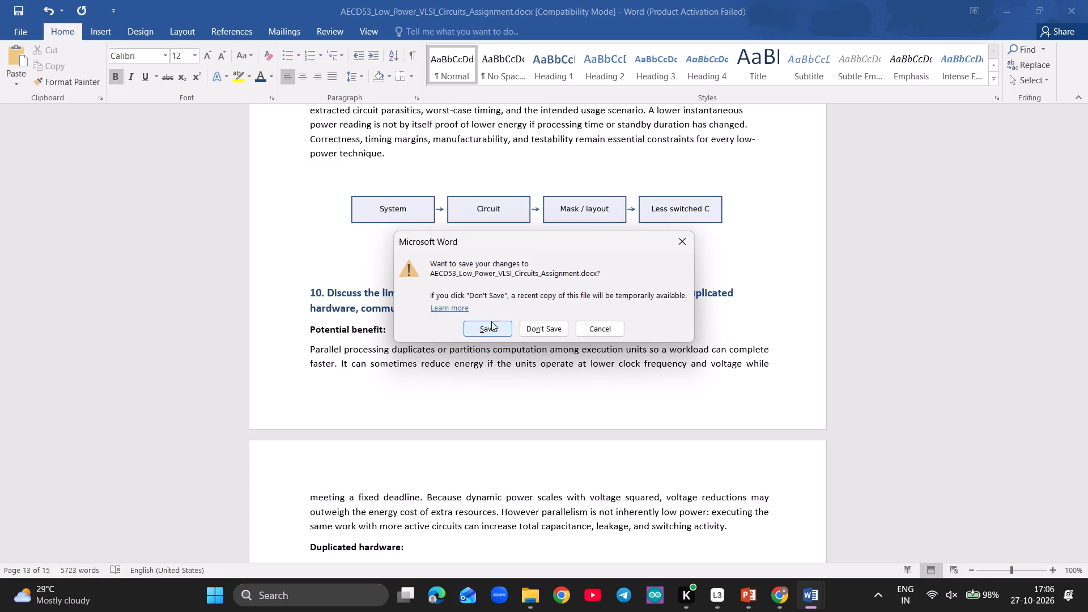
pyautogui.click(475, 333)
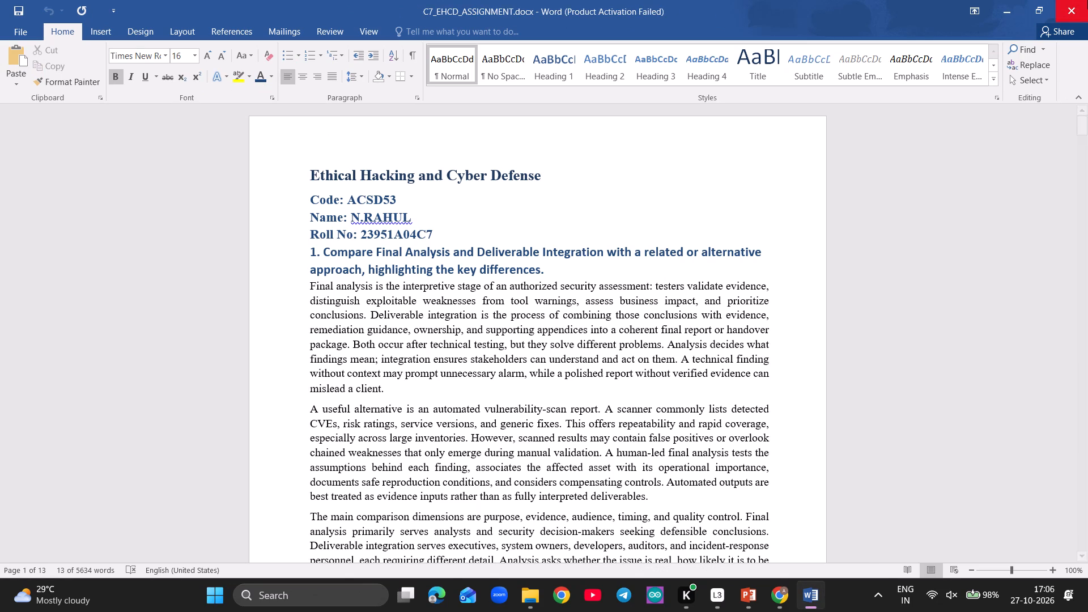
pyautogui.click(1087, 0)
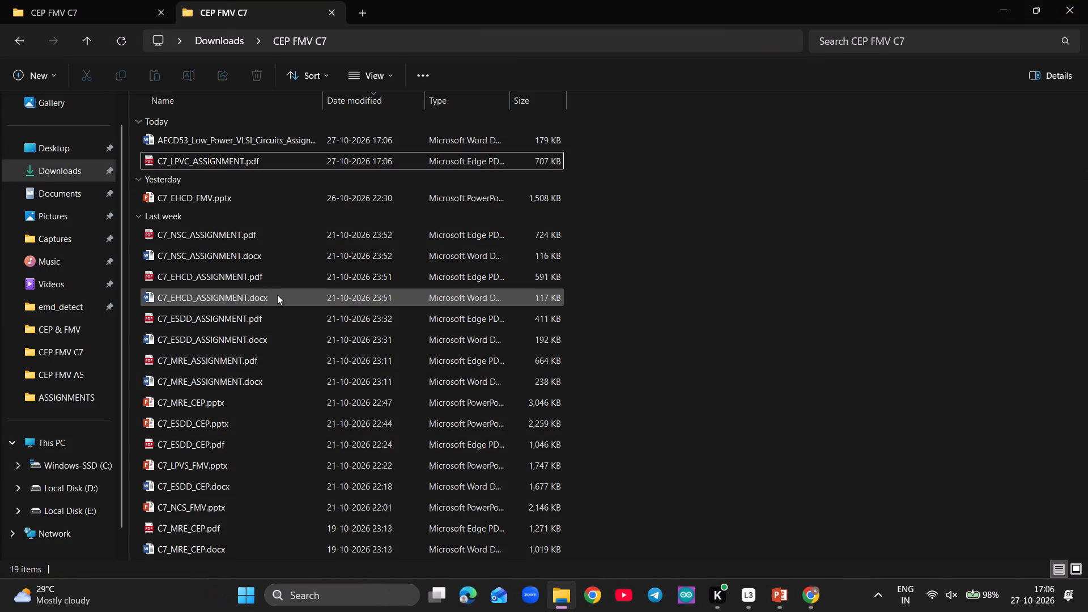
# Open C7_LPVC_ASSIGNMENT.pdf from the CEP FMV C7 folder to check its first page, and close it.
pyautogui.hotkey('ctrl', 'r')
pyautogui.doubleClick(271, 155)
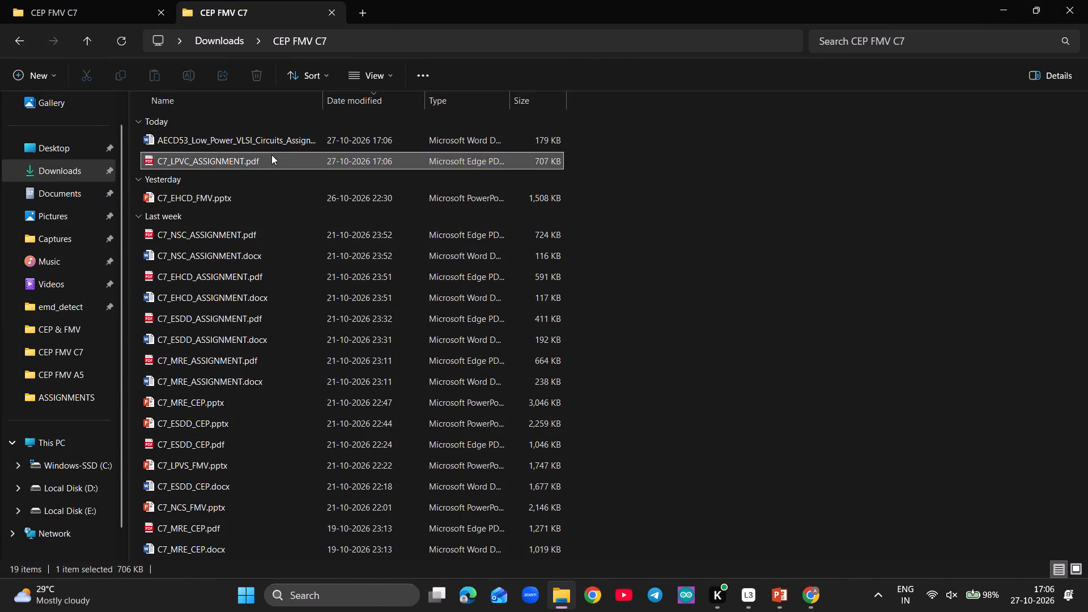
pyautogui.click(1087, 0)
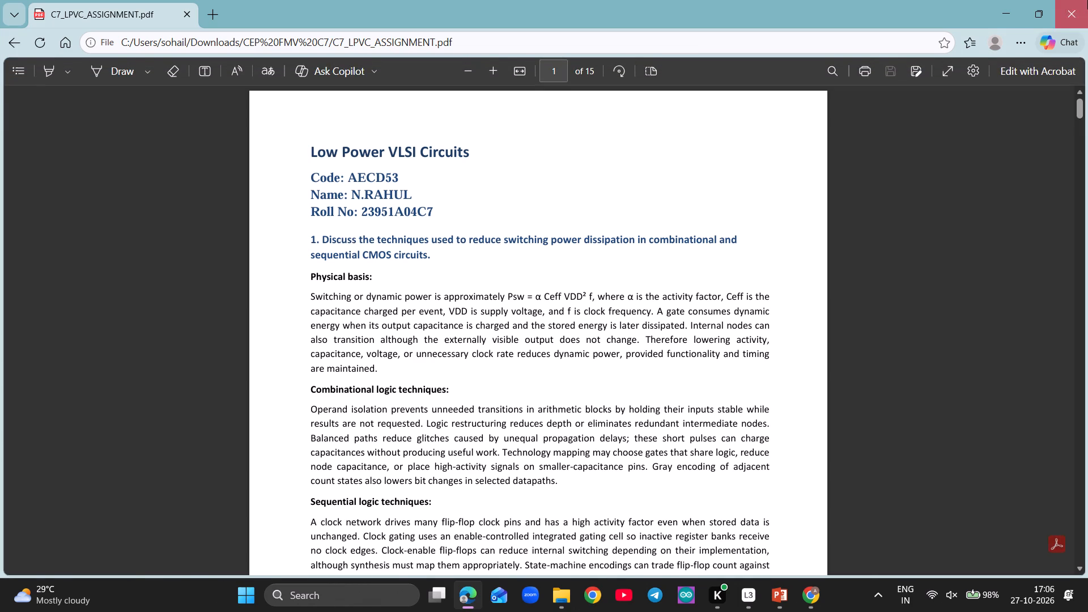
# Switch to the student portal in Chrome, close the AECD48 PDF, and get the questions for AECD53 Low Power VLSI Circuits.
pyautogui.hotkey('alt', 'Tab')
pyautogui.hotkey('alt', 'Tab')
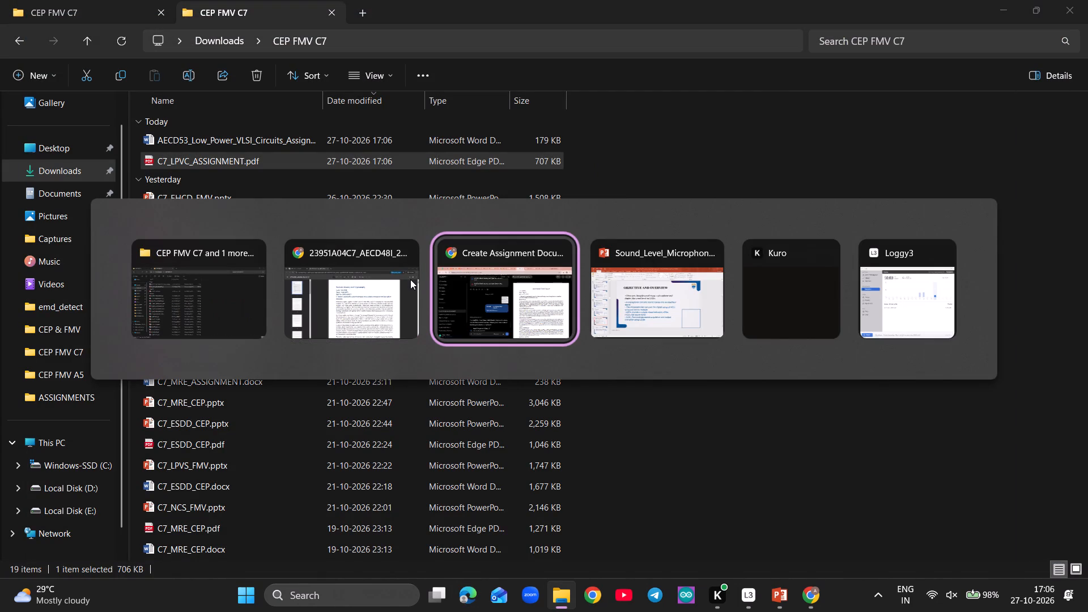
pyautogui.hotkey('alt', 'Left')
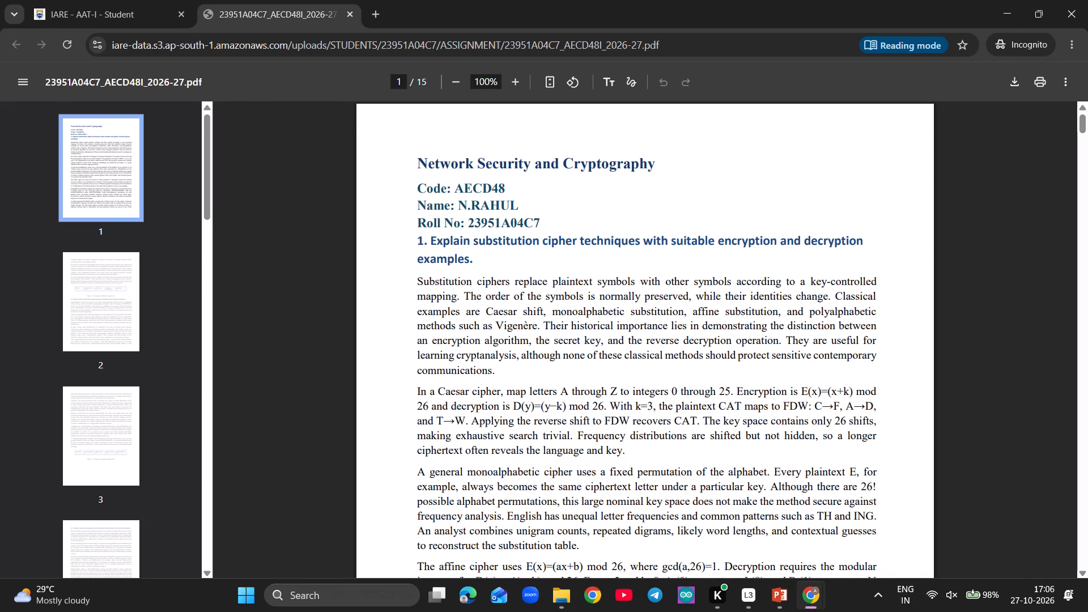
pyautogui.hotkey('ctrl', 'w')
pyautogui.click(912, 317)
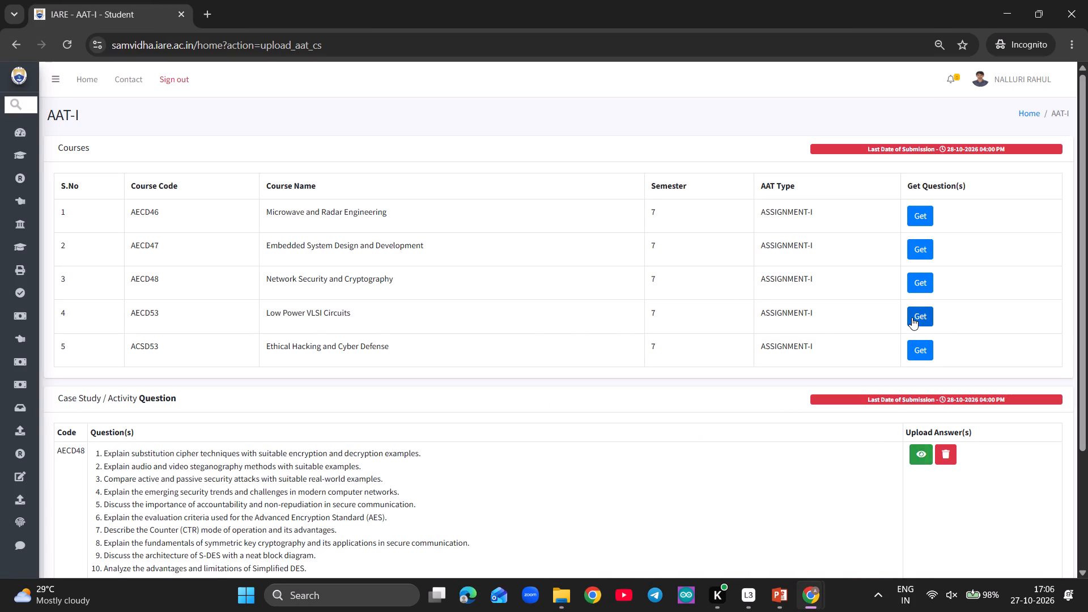
pyautogui.click(545, 382)
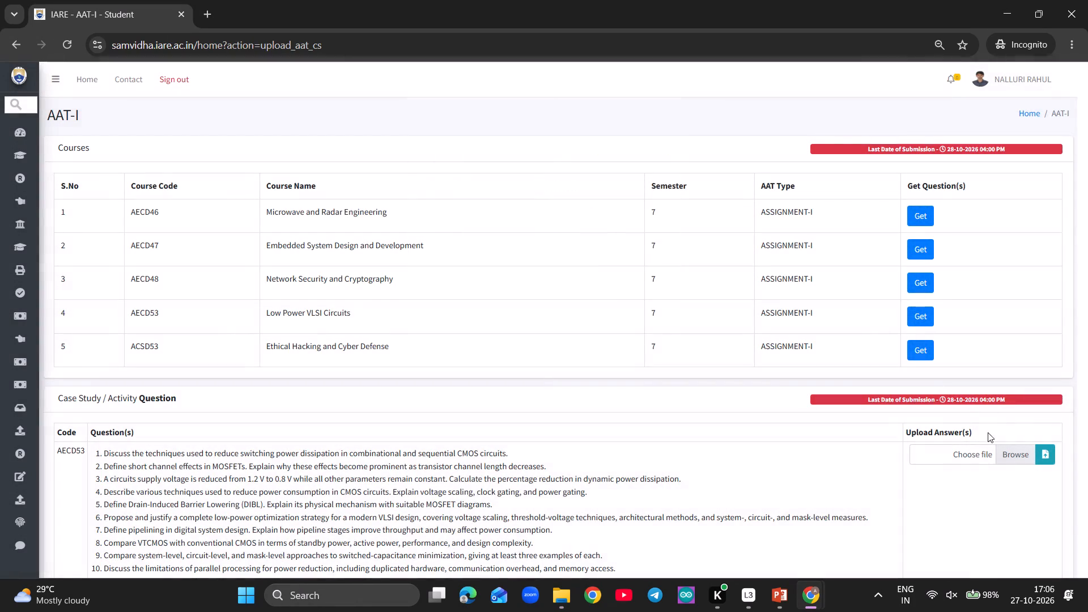
# Upload C7_LPVC_ASSIGNMENT.pdf from the CEP FMV C7 folder as the answer for AECD53.
pyautogui.click(1008, 453)
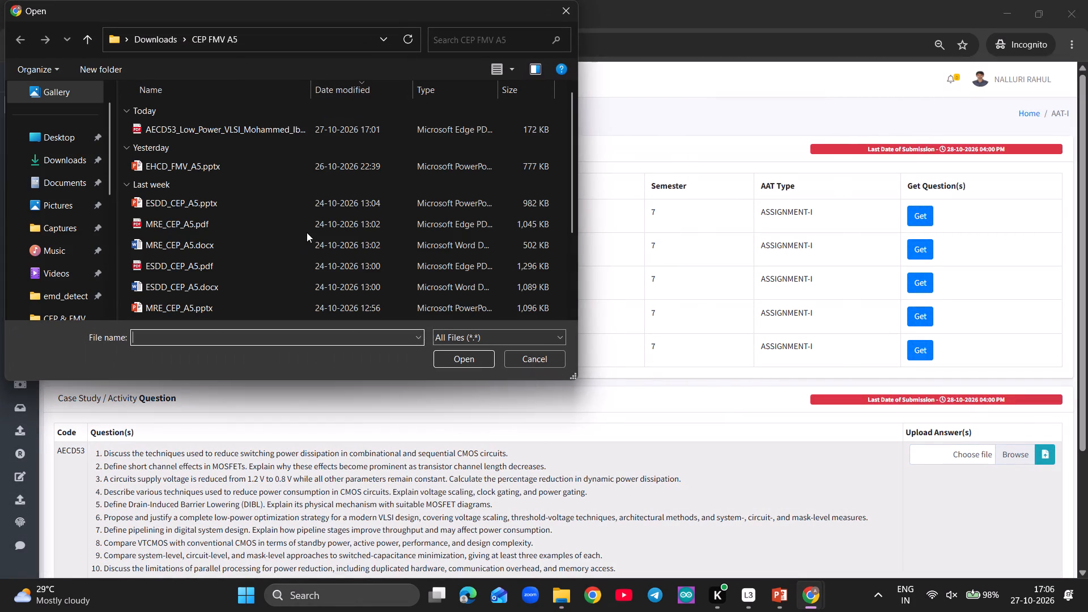
pyautogui.click(203, 133)
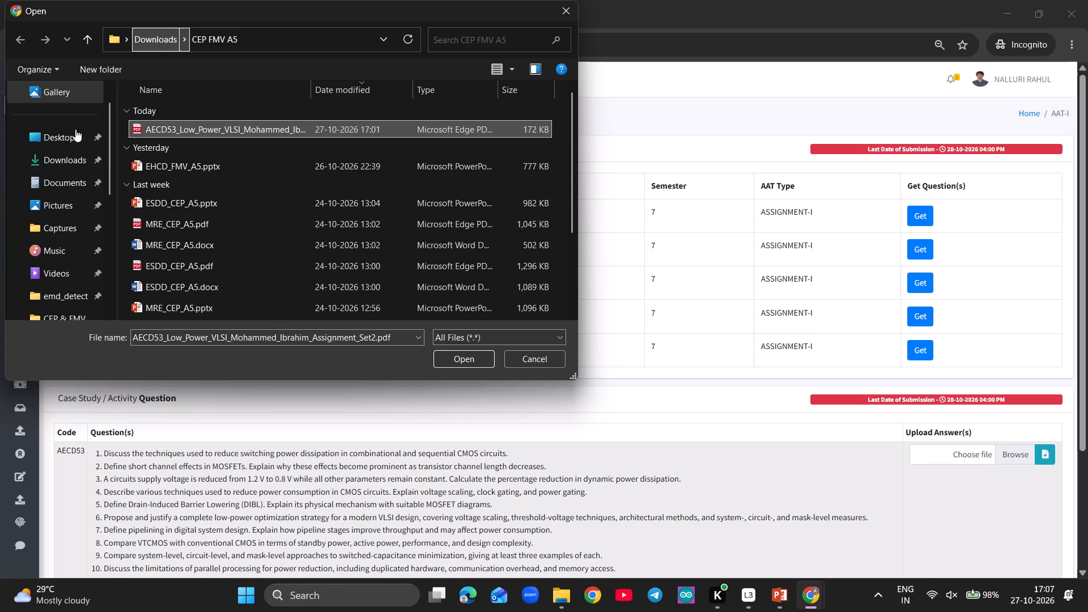
pyautogui.scroll(-1, 51, 297)
pyautogui.click(68, 214)
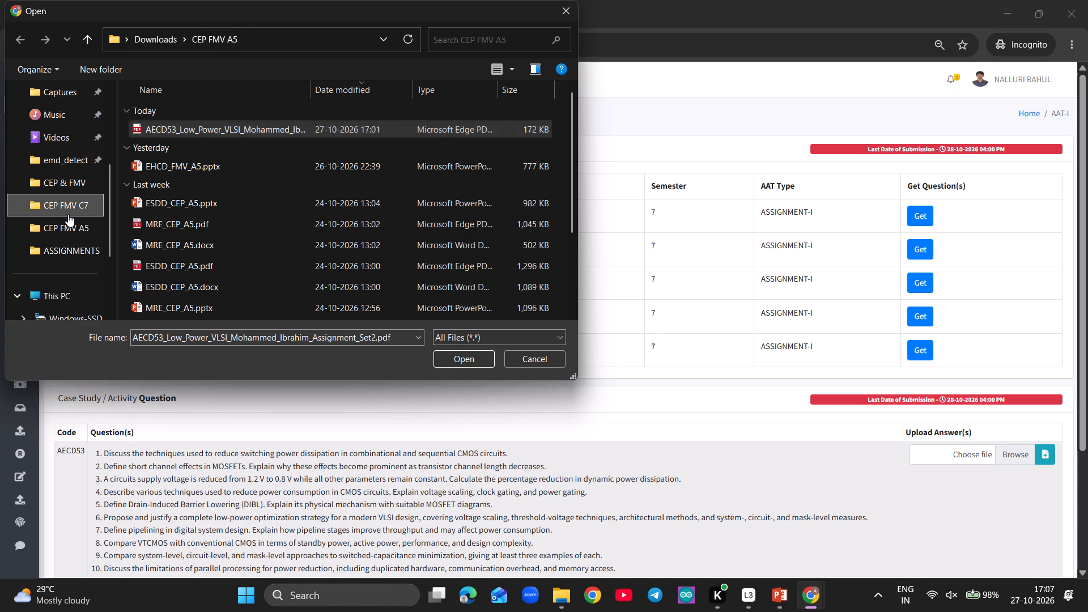
pyautogui.click(249, 149)
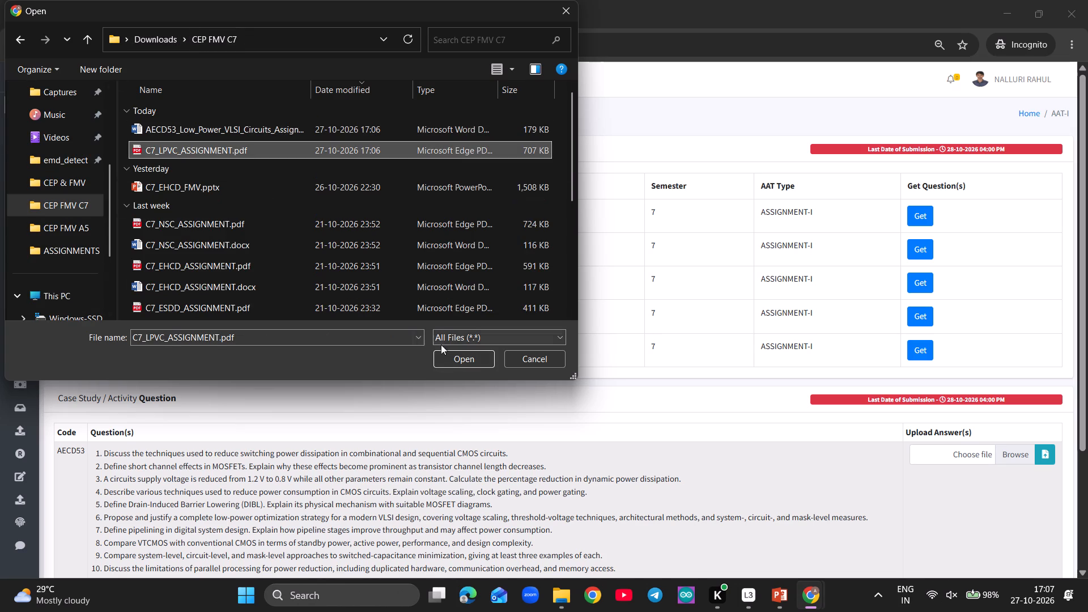
pyautogui.click(452, 355)
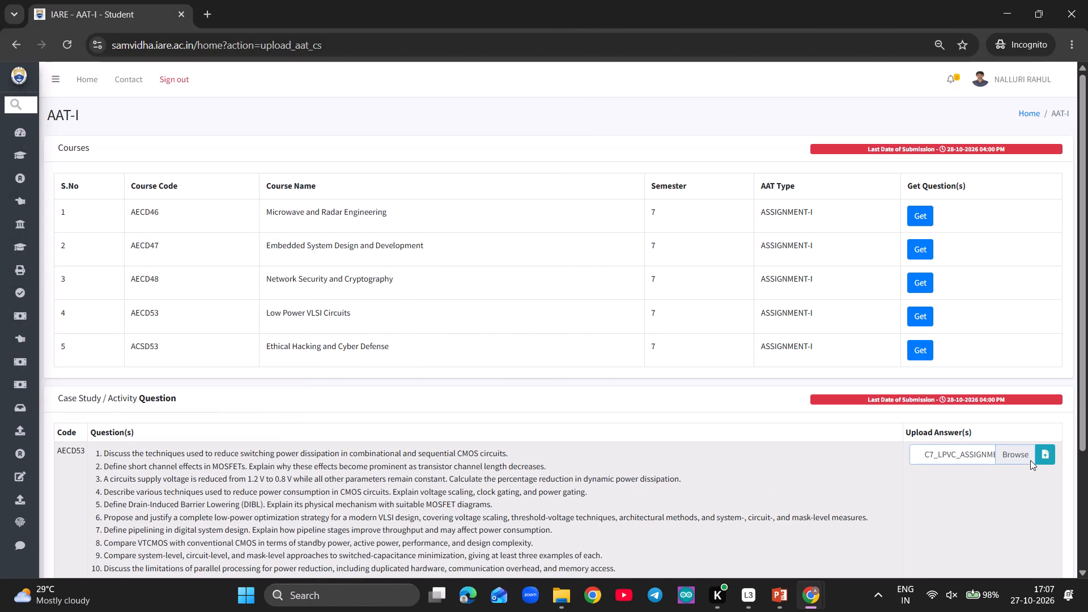
pyautogui.click(1042, 453)
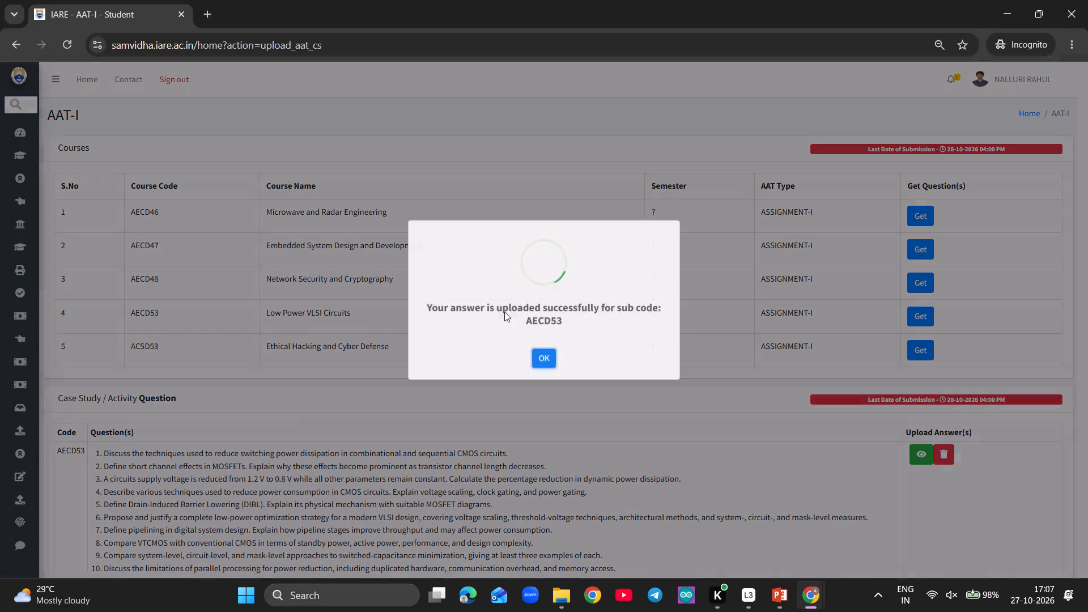
pyautogui.click(549, 384)
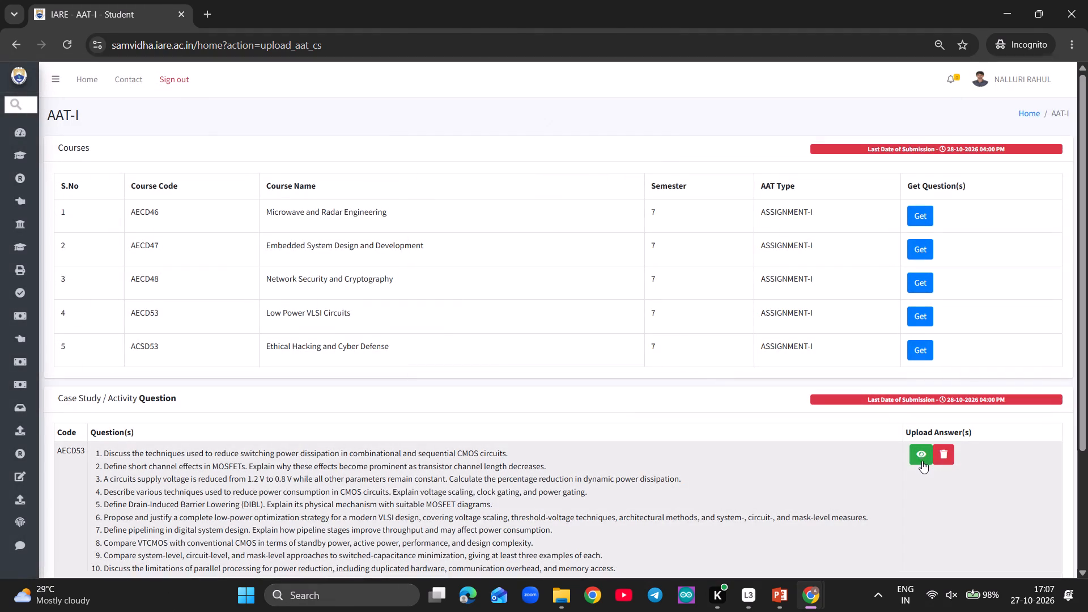
# Open the uploaded AECD53 answer to check it.
pyautogui.click(922, 459)
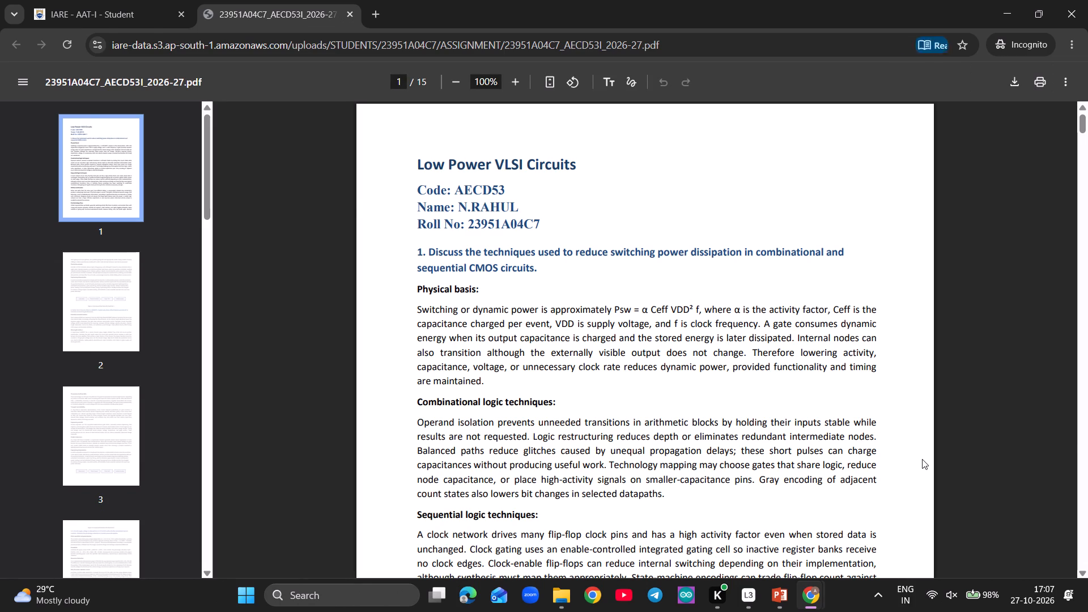
# Close the uploaded AECD53 PDF and look through the AAT Question Selection list for ACSD53 - Ethical Hacking and Cyber Defense.
pyautogui.hotkey('ctrl', 'w')
pyautogui.scroll(5, 730, 339)
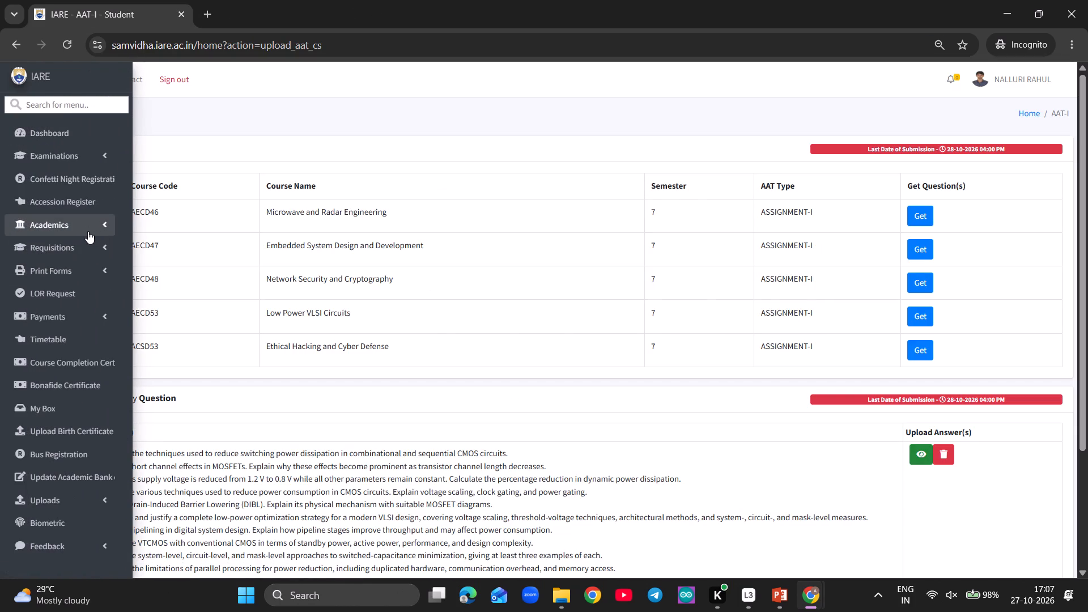
pyautogui.click(88, 231)
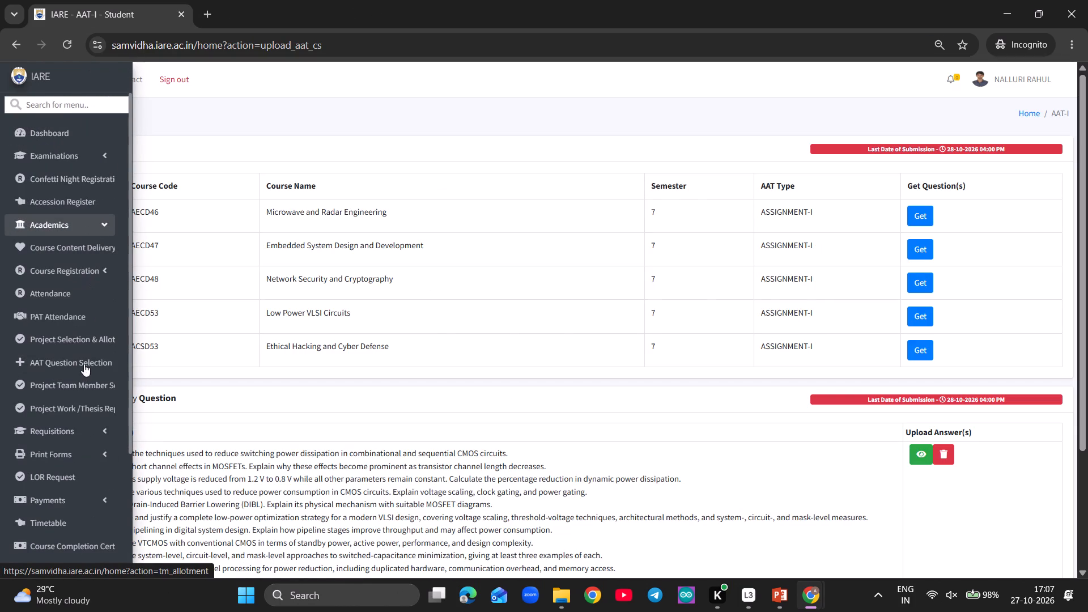
pyautogui.click(84, 364)
pyautogui.click(343, 181)
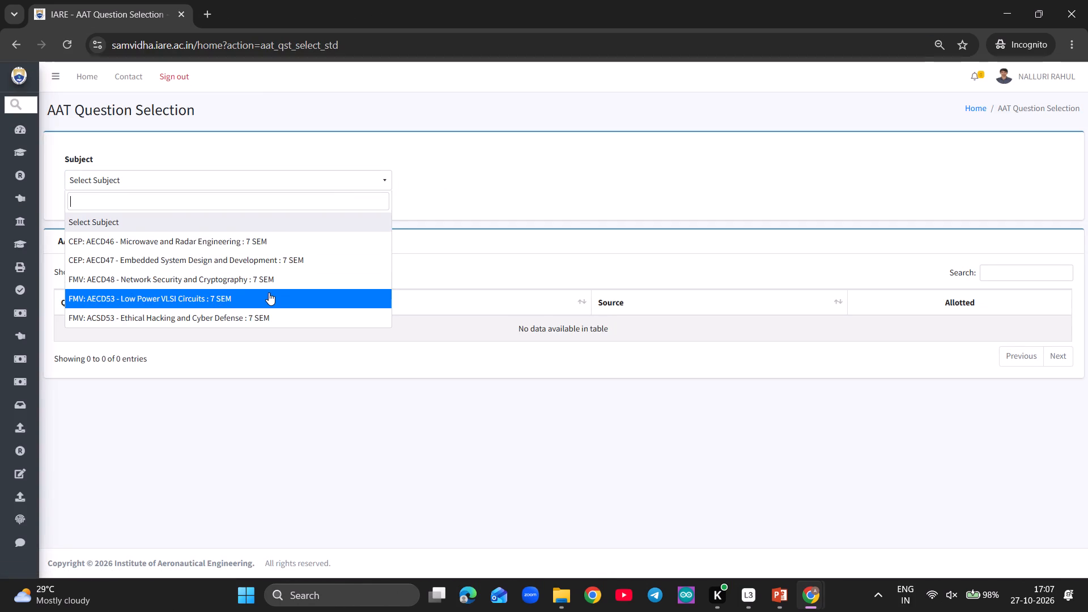
pyautogui.click(260, 314)
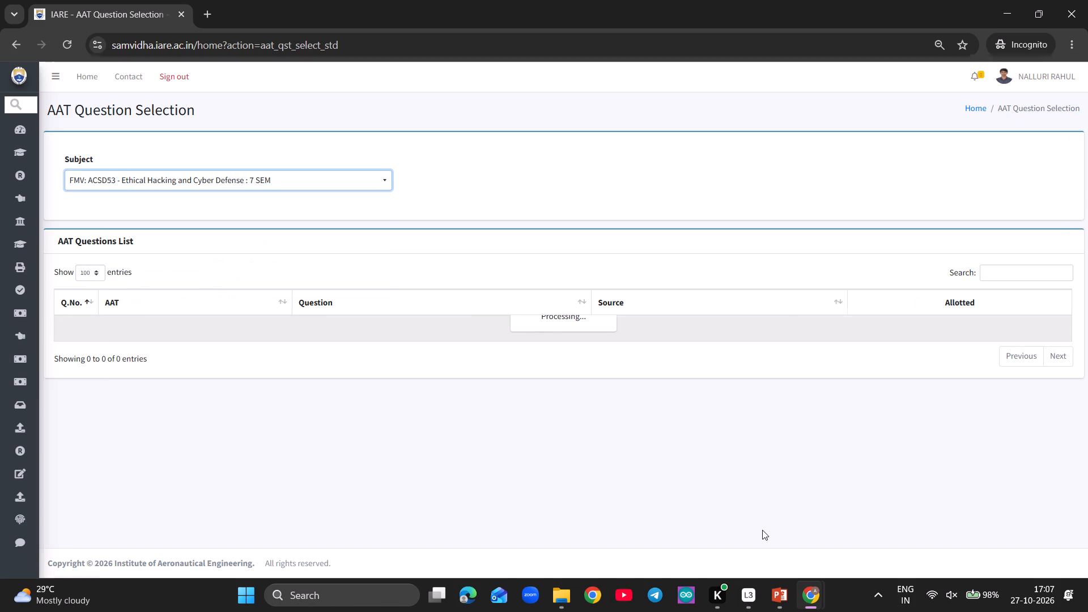
pyautogui.scroll(-12, 762, 530)
pyautogui.scroll(5, 762, 530)
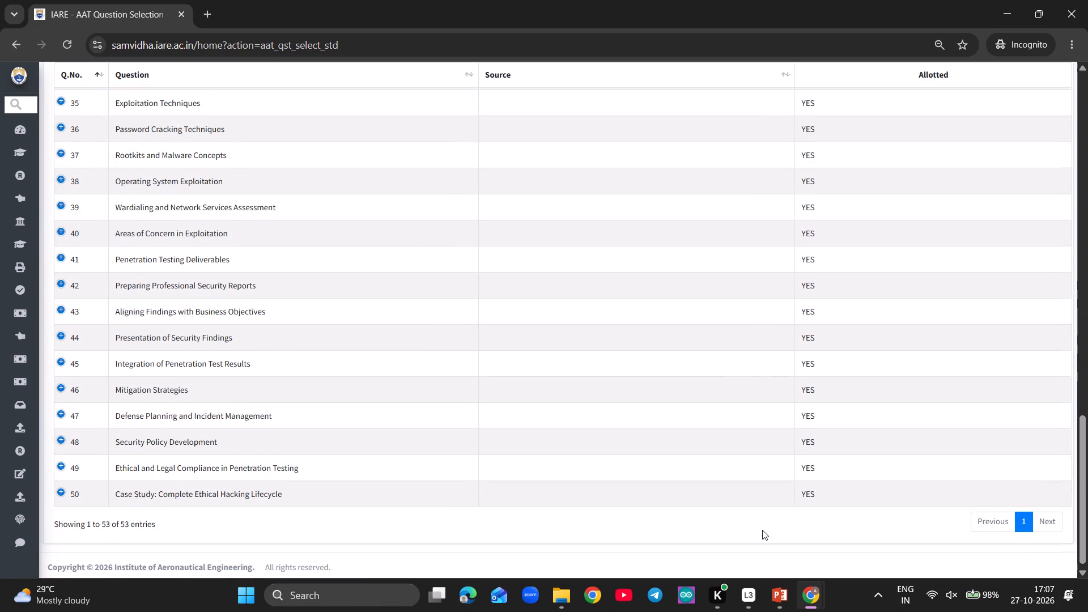
pyautogui.scroll(15, 762, 530)
# Sign out of the student portal.
pyautogui.click(173, 78)
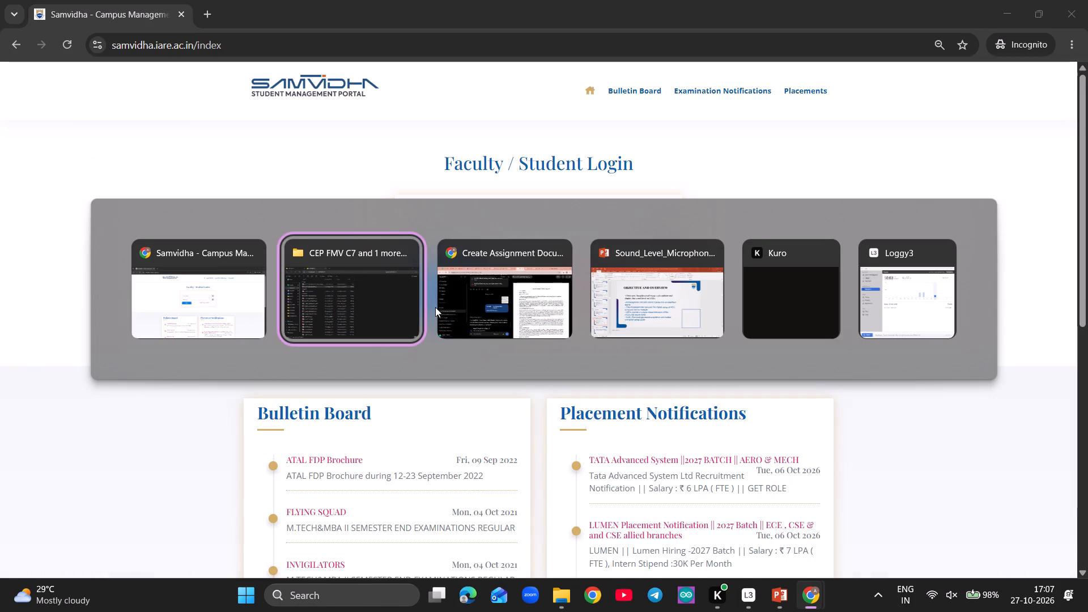
# Switch to the ChatGPT window in Chrome and close the preview of the Low Power VLSI Circuits document.
pyautogui.click(681, 362)
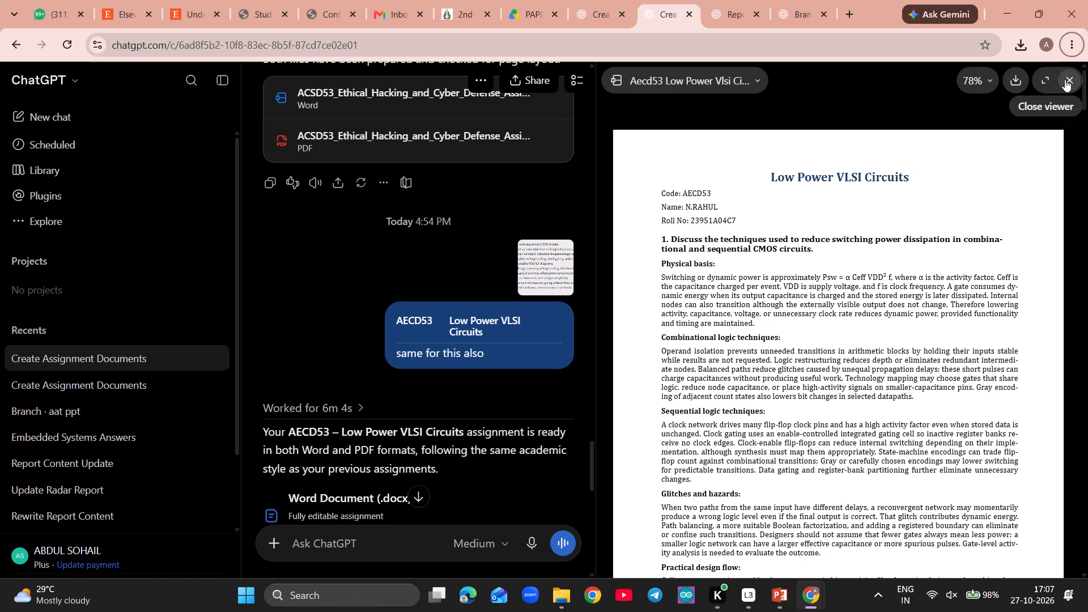
pyautogui.click(1065, 79)
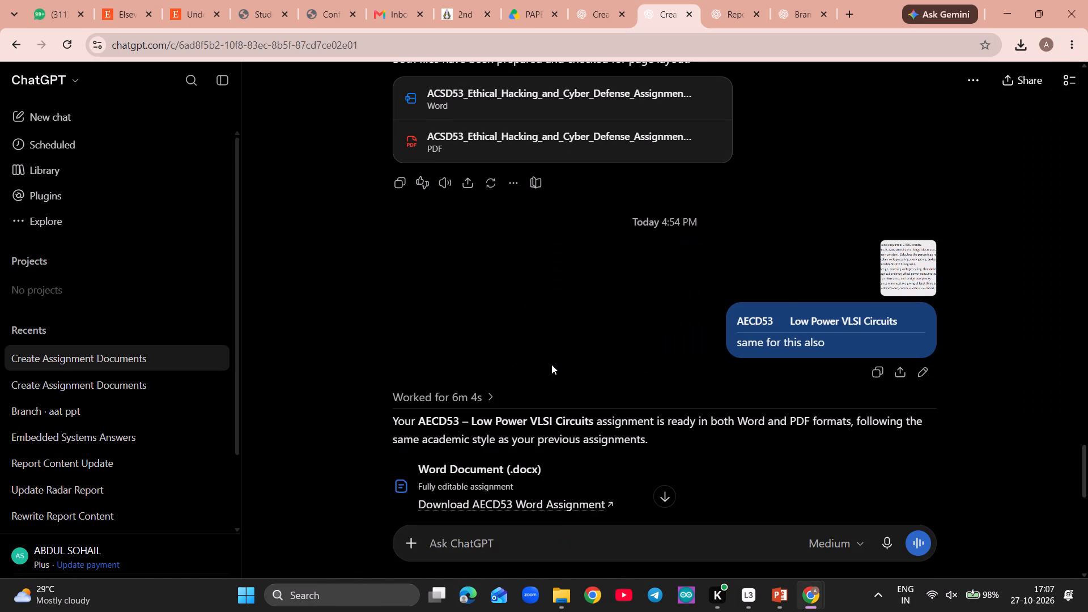